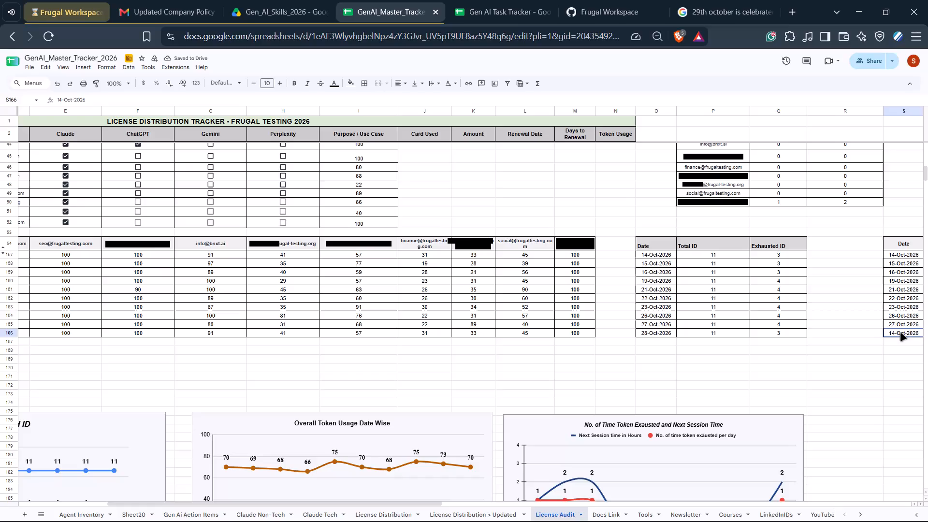
Paste the copied content into cell S166, the last row of the Date column.
key("ctrl+v")
left_click(843, 366)
Set Token Used % in the license holder table to 96 for Tech, 91 for Website and 57 for Sales.
scroll(808, 277, "right", 1)
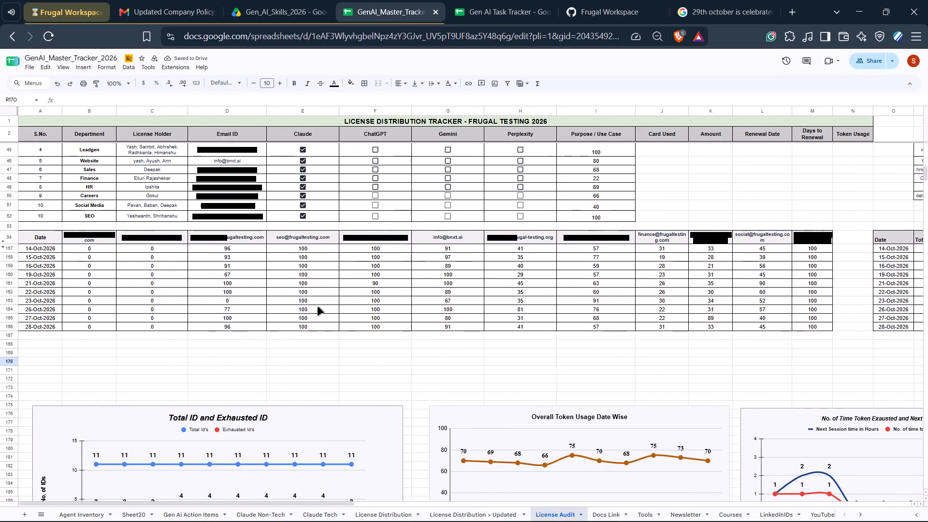
scroll(367, 313, "right", 1)
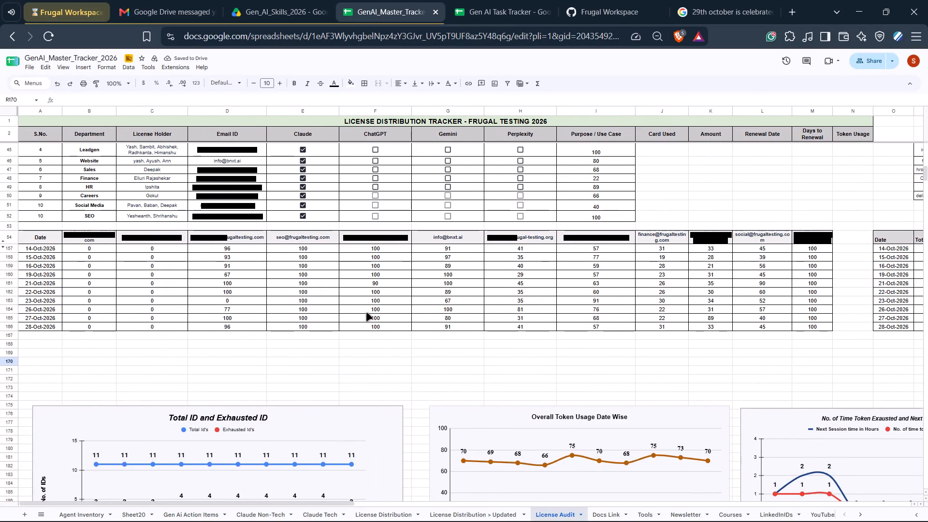
scroll(366, 313, "right", 2)
scroll(681, 215, "up", 1)
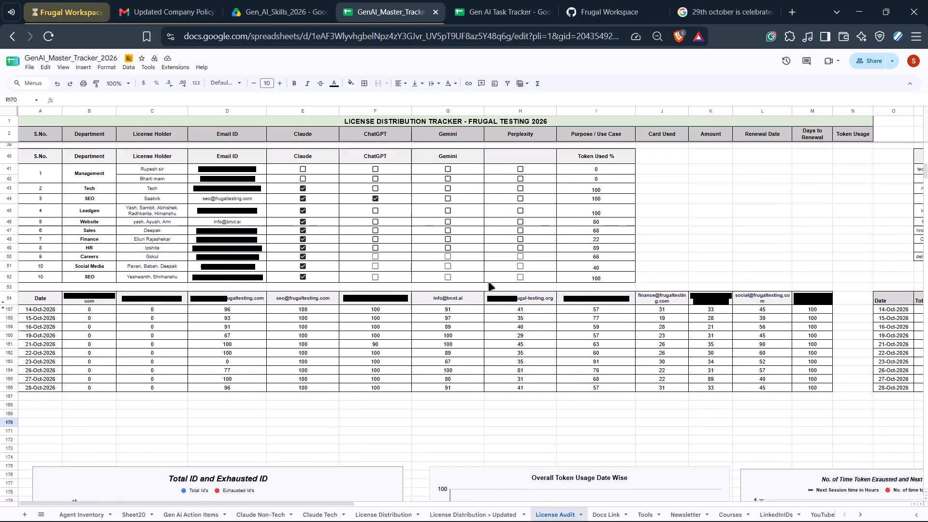
scroll(489, 283, "up", 1)
scroll(588, 207, "right", 1)
left_click(600, 196)
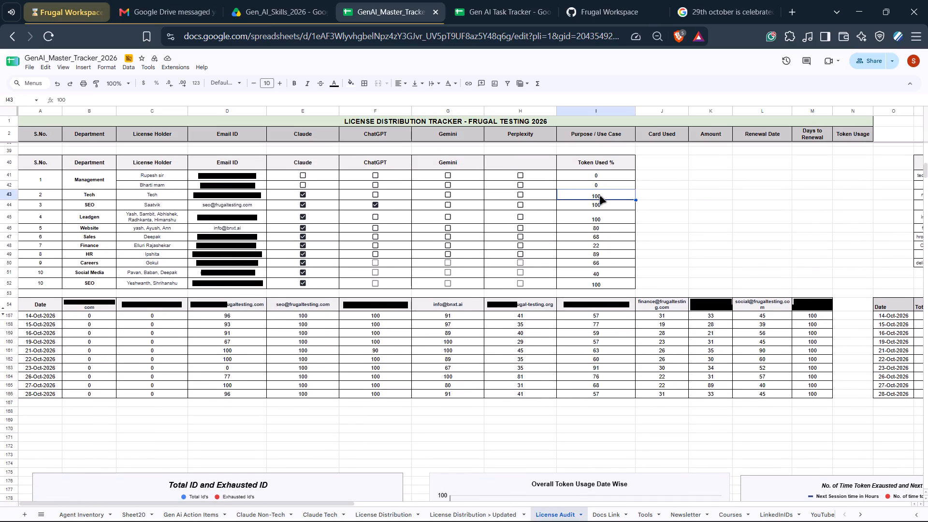
type("96")
key("Down")
key("Down")
key("Down")
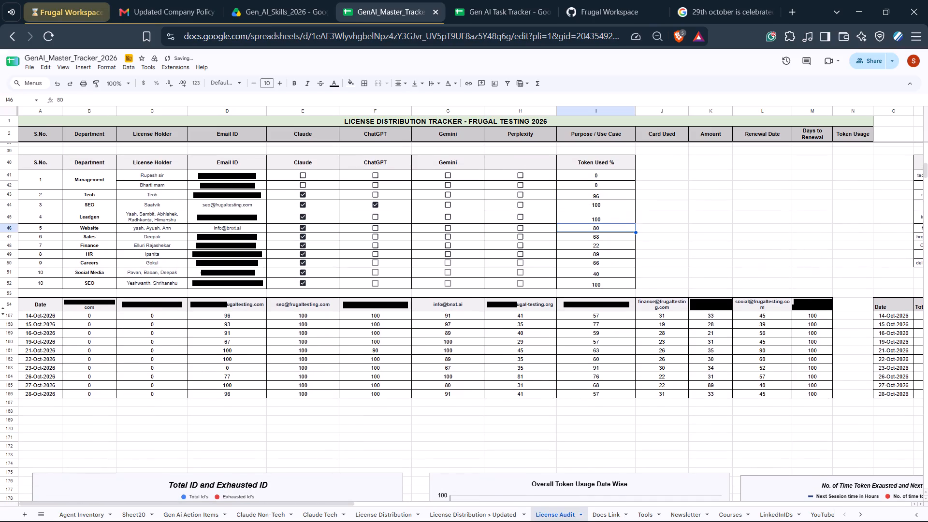
type("91")
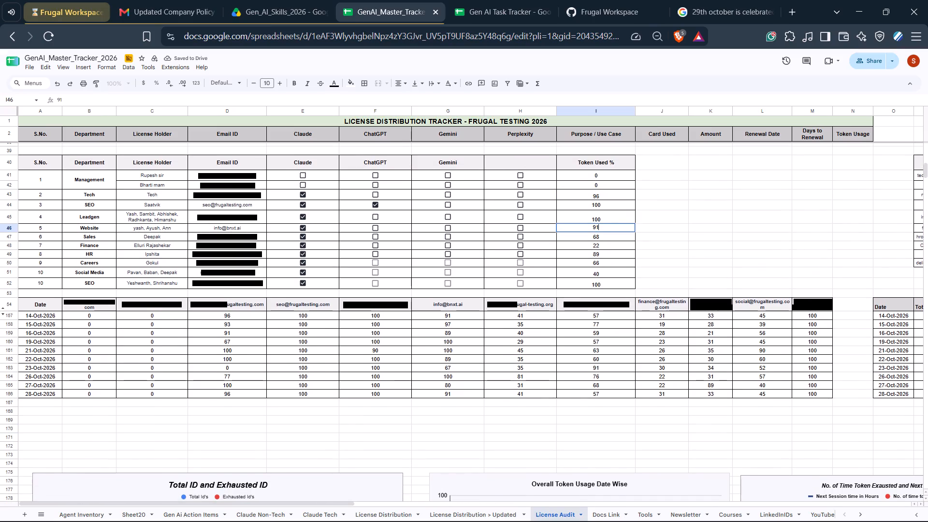
left_click(601, 238)
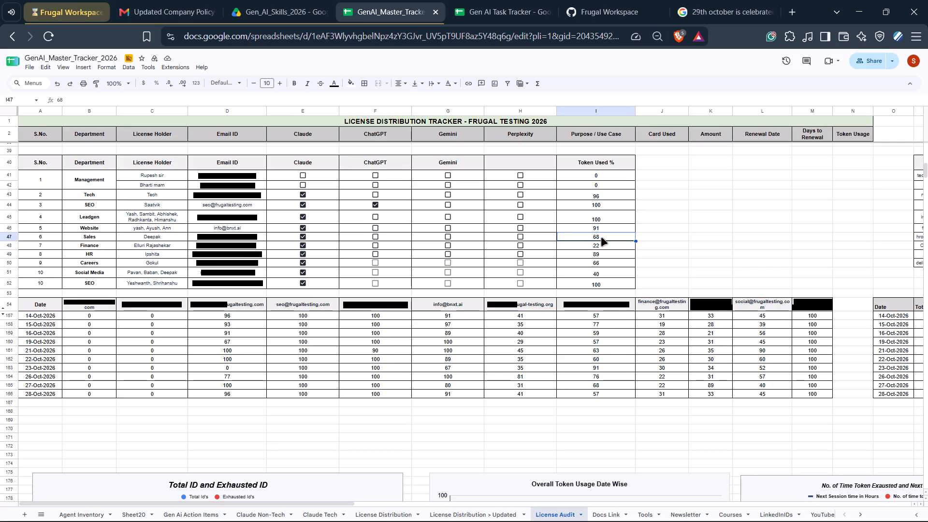
type("57")
key("Down")
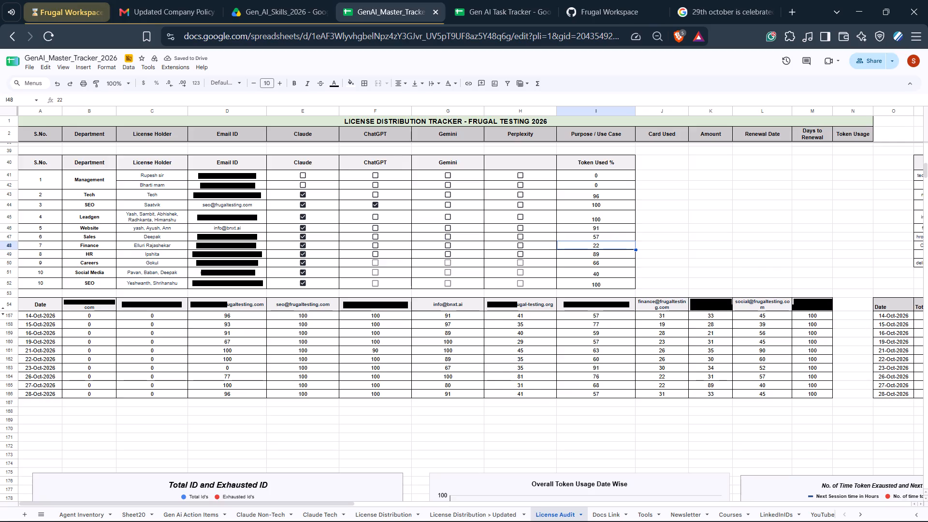
Set Token Used % to 31 for Finance, 85 for HR, 41 for Careers and 45 for Social Media.
type("31")
key("Down")
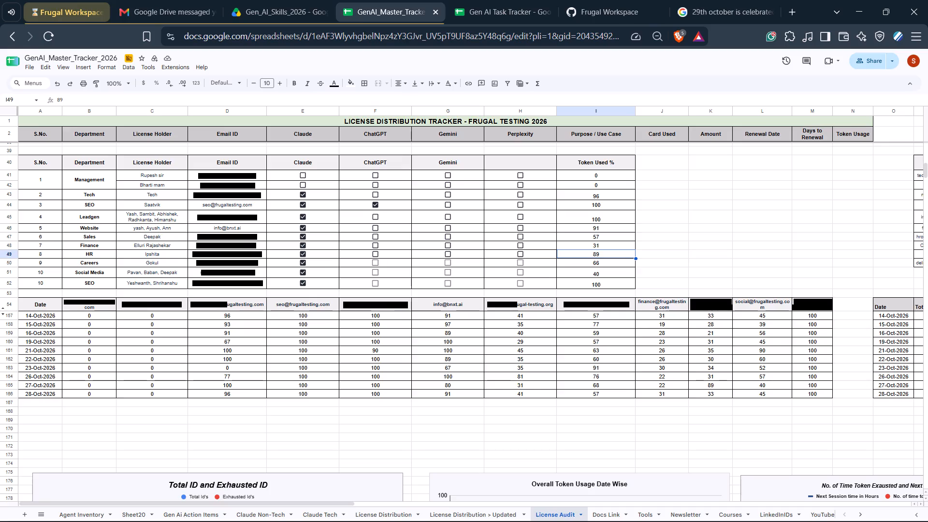
key("8")
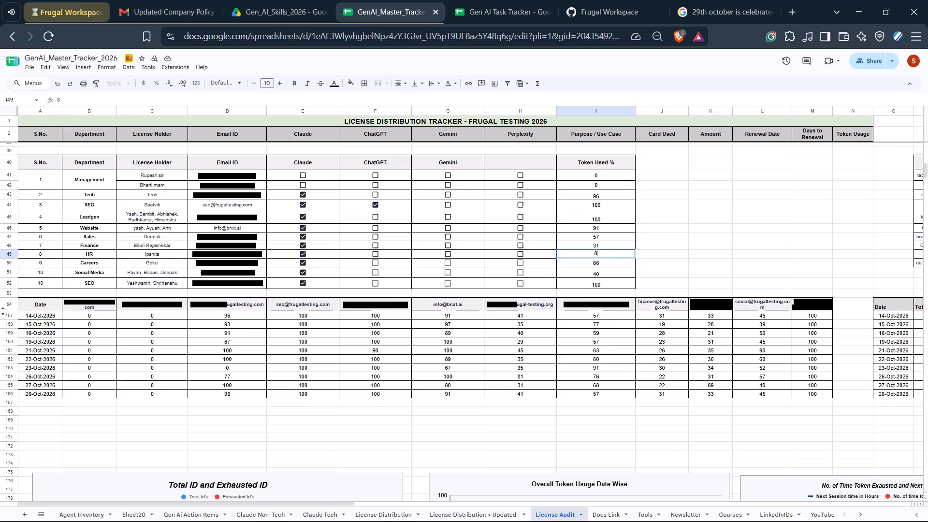
key("5")
key("Down")
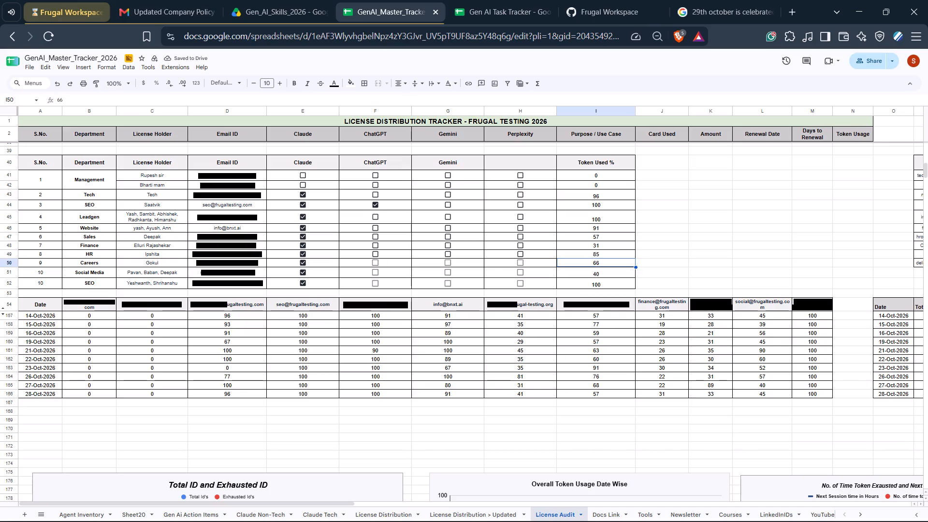
key("4")
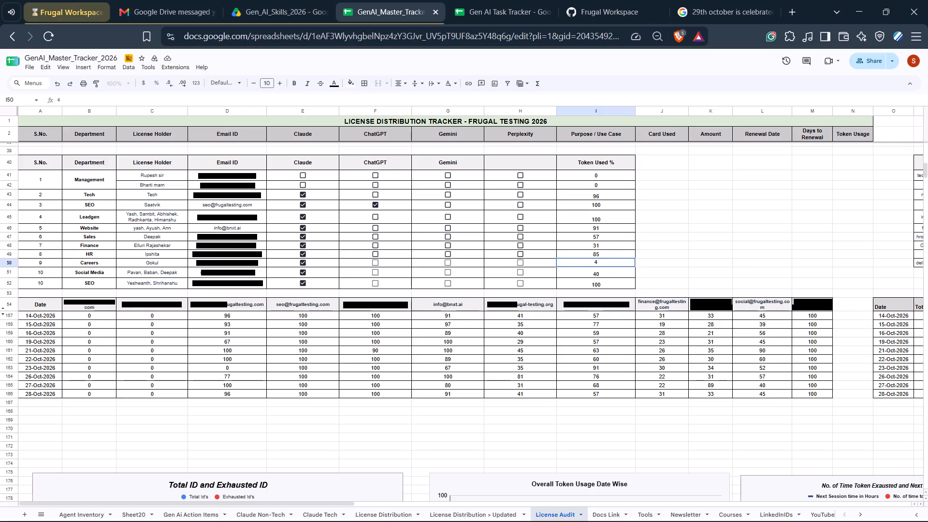
key("1")
key("Down")
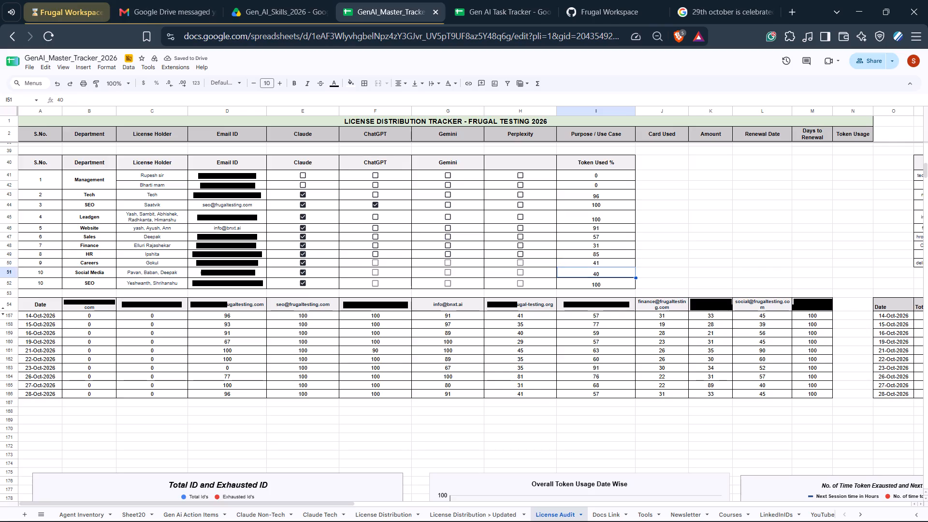
type("45")
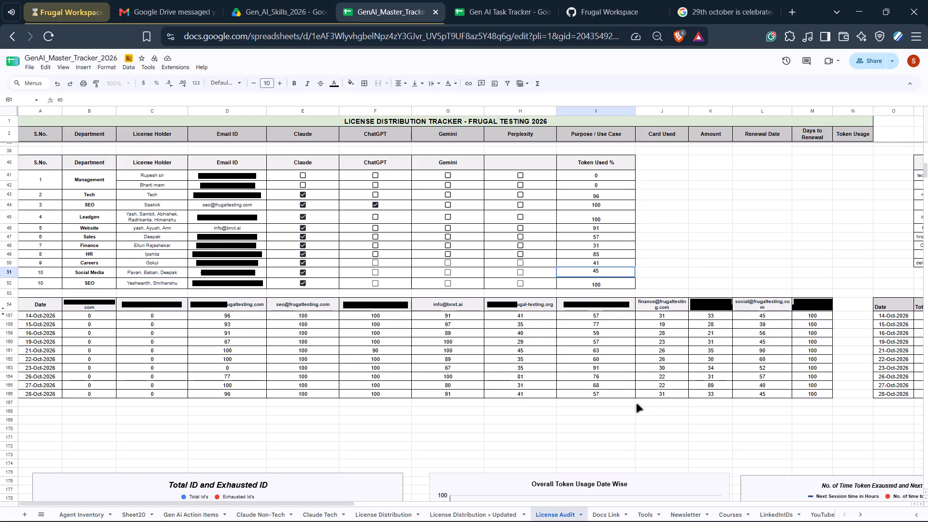
left_click(669, 403)
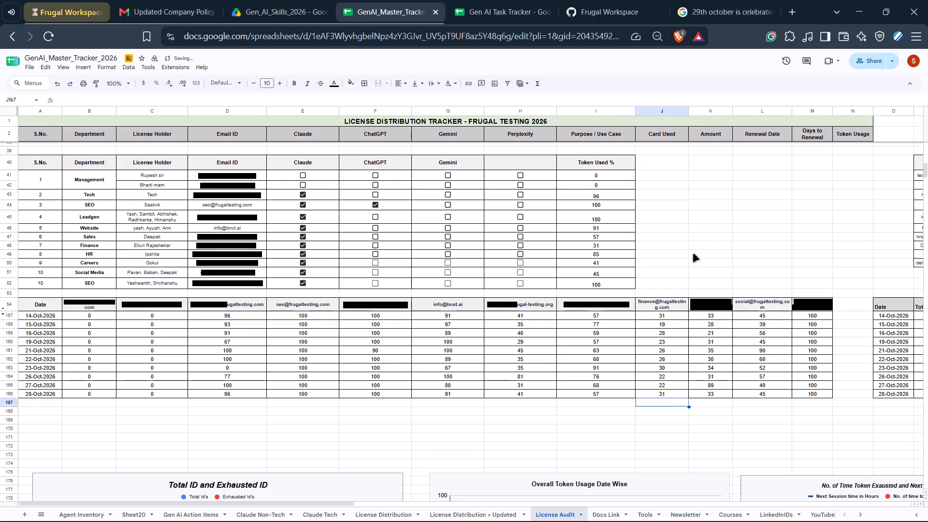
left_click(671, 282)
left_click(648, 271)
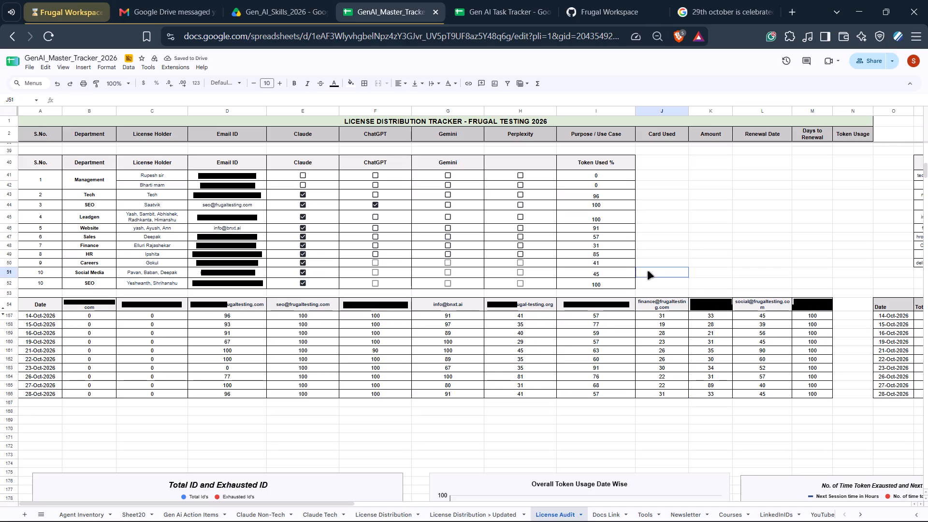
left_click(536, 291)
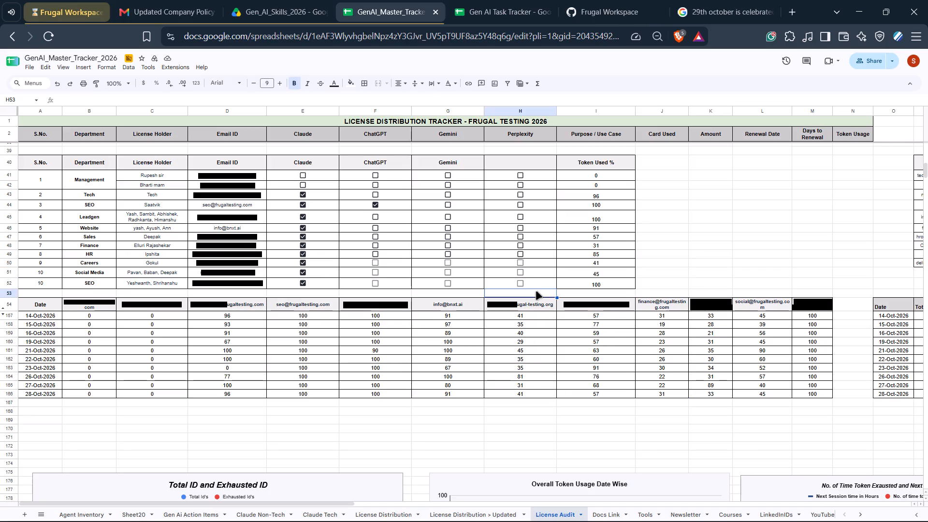
Slightly increase the height of row 53, the blank row between the license holder table and the date-wise usage table.
left_click(649, 291)
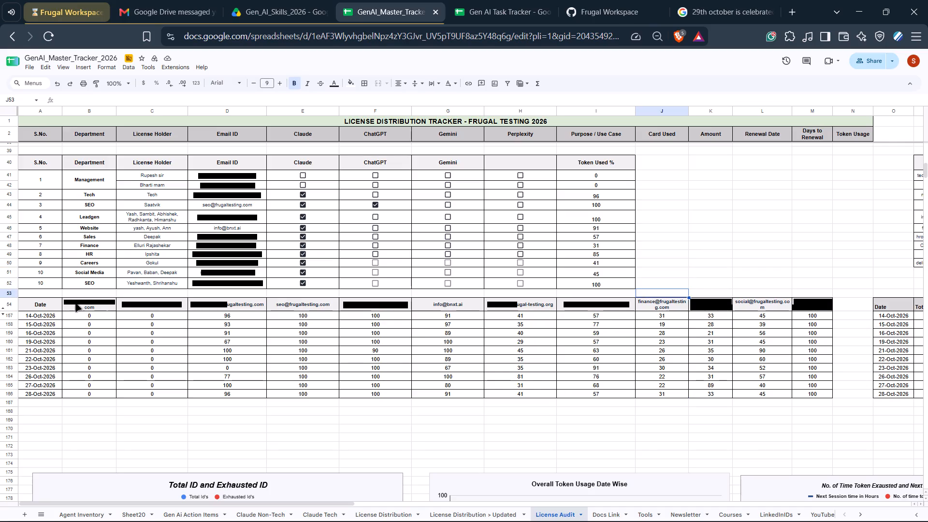
left_click(11, 296)
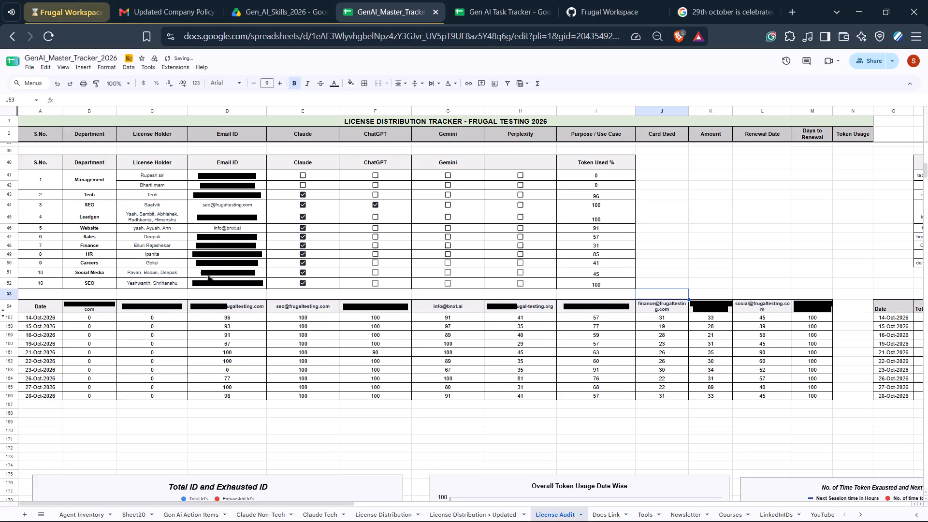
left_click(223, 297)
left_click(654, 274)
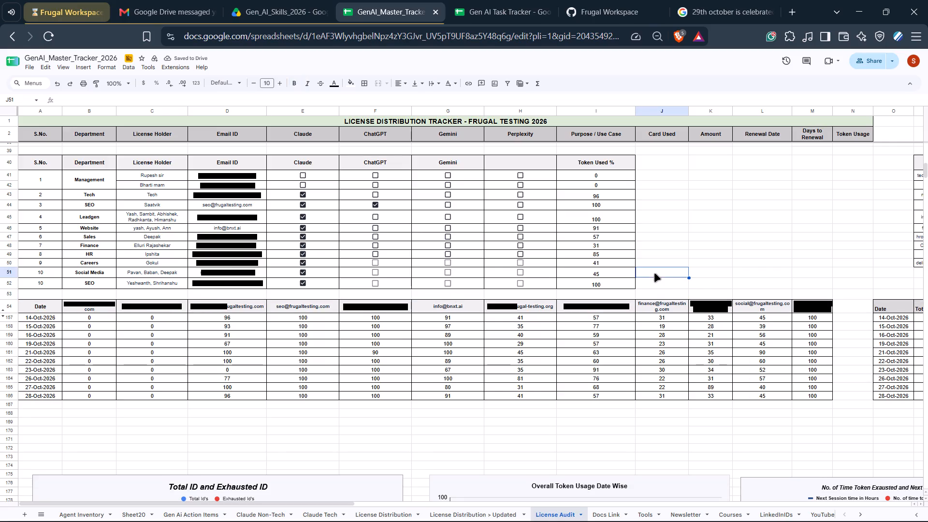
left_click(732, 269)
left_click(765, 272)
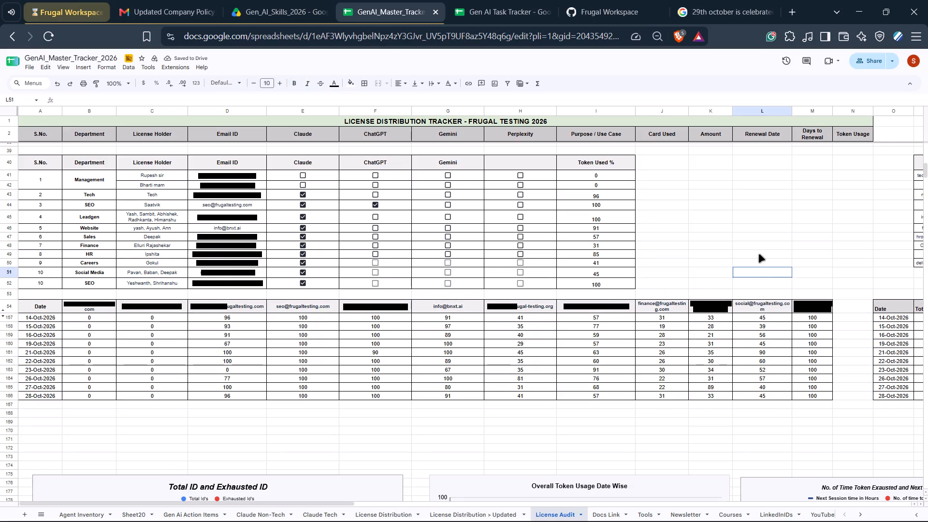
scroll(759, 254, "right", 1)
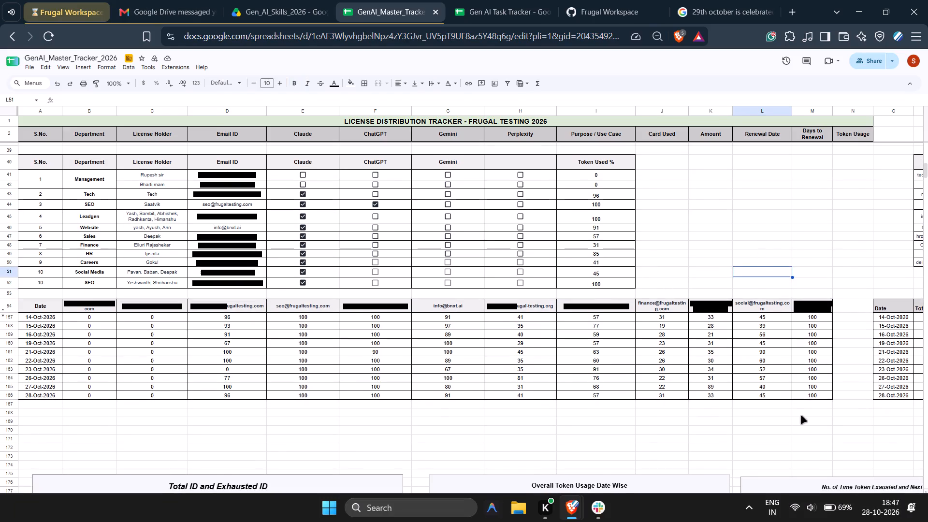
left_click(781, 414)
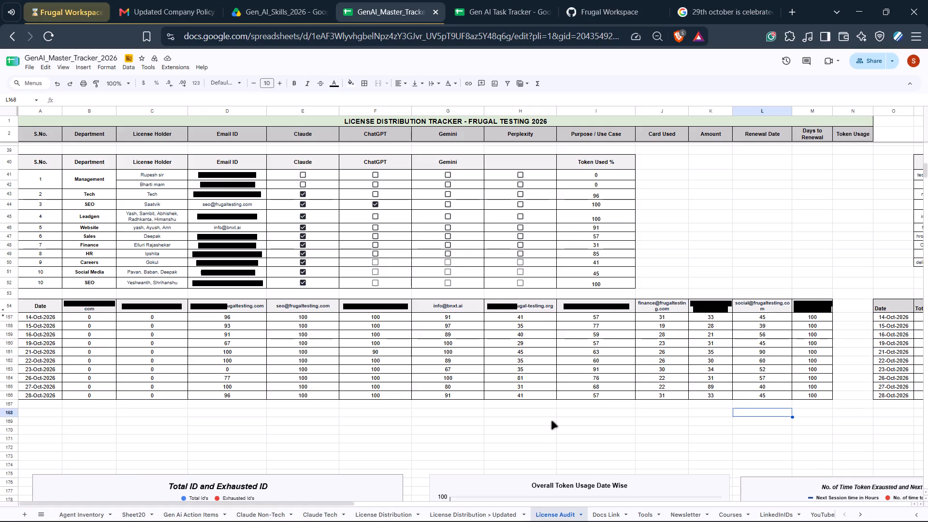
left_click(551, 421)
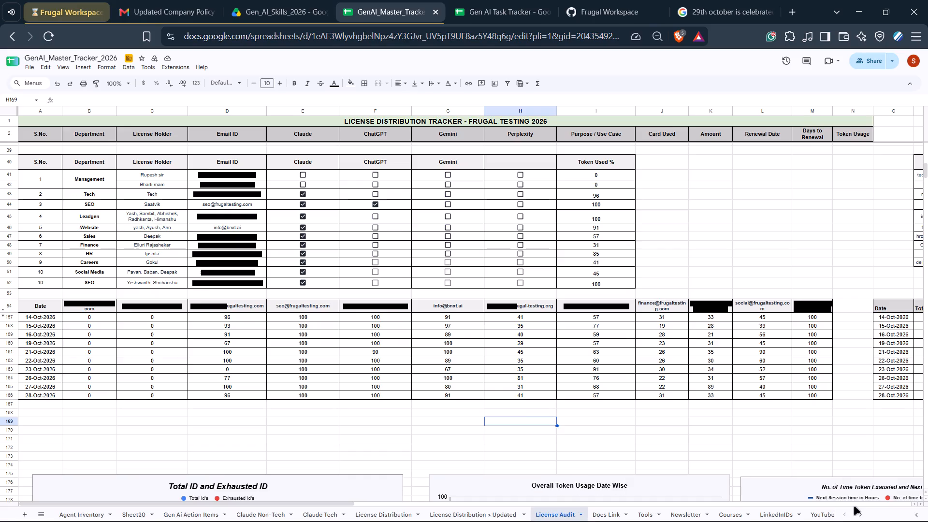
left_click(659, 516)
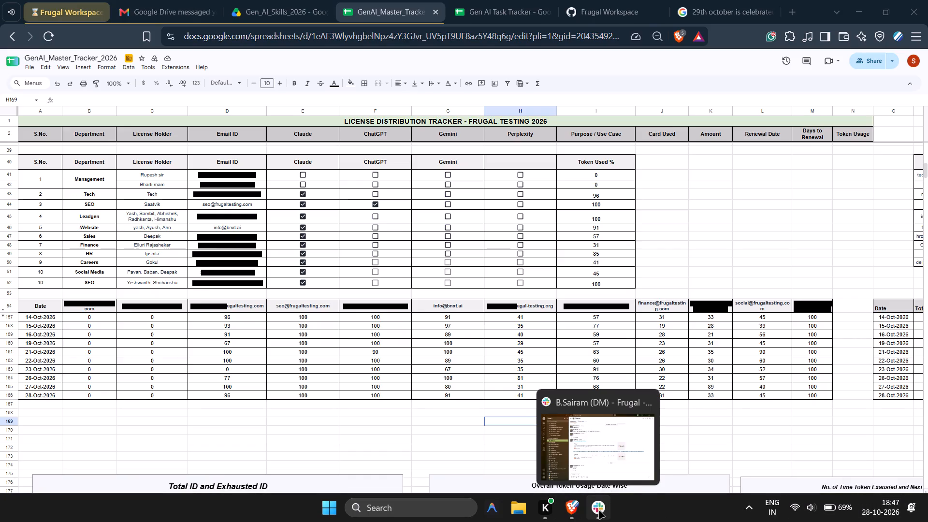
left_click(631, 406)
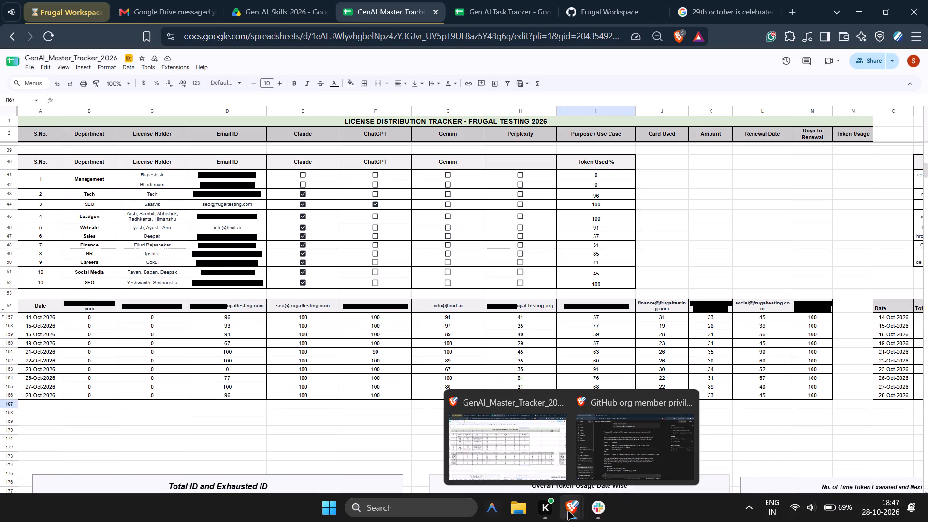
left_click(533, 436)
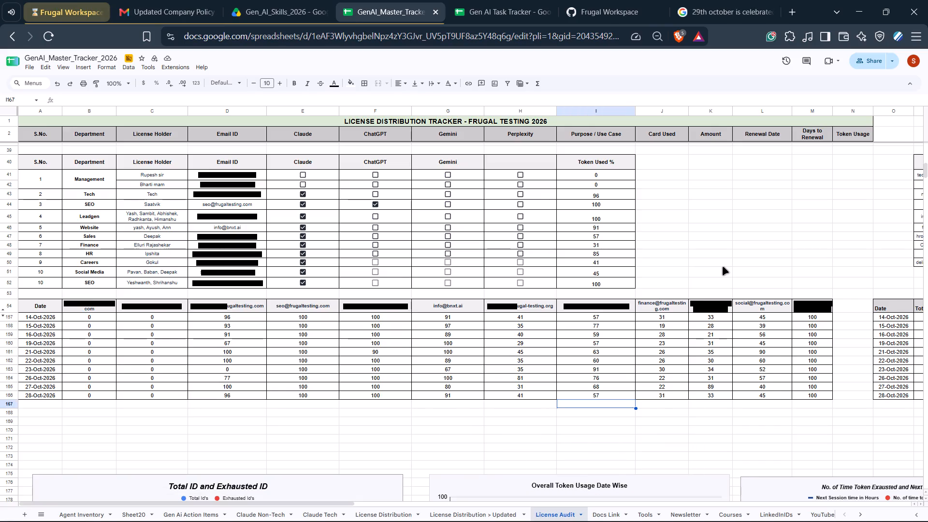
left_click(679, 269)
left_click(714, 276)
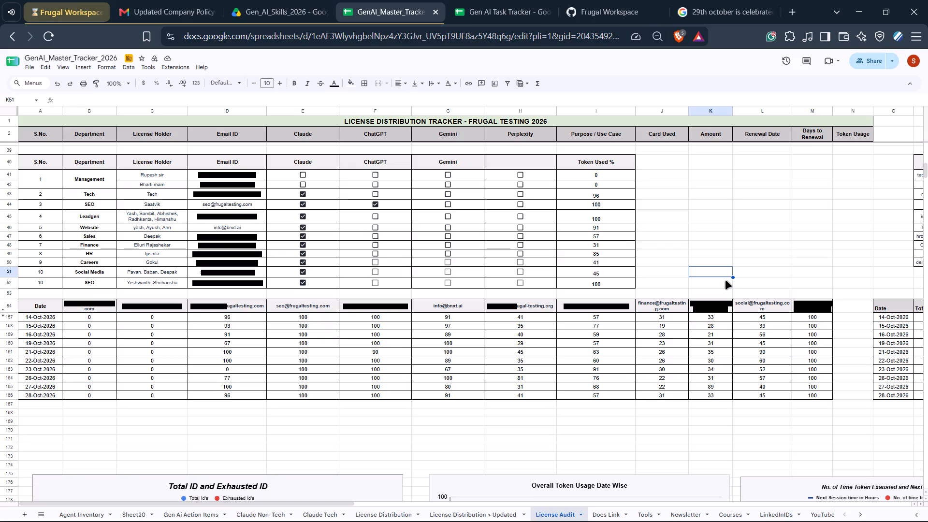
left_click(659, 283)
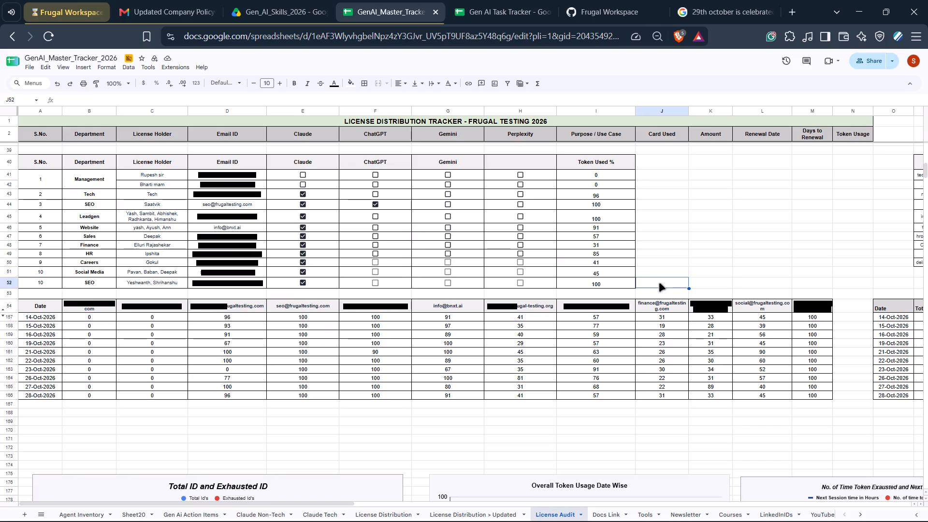
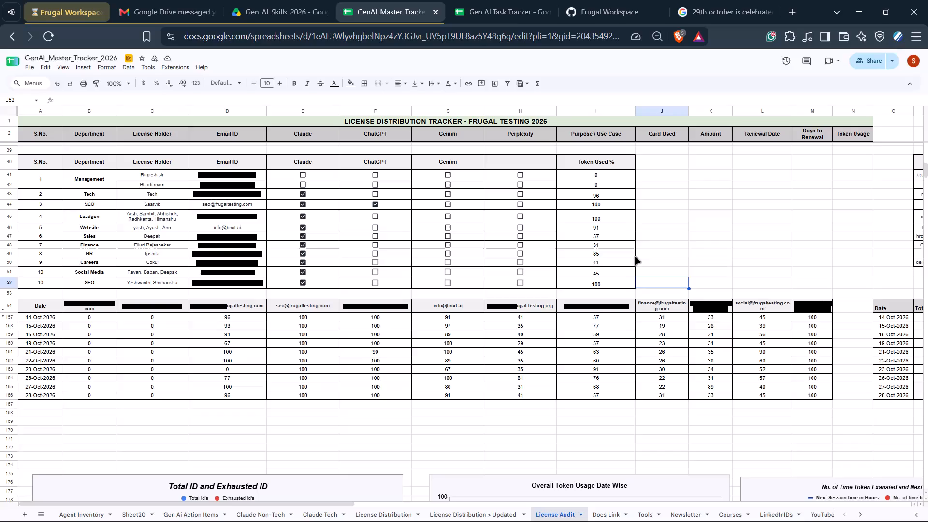
Hide row 157, the 14-Oct-2026 entry in the date-wise usage table.
left_click(548, 444)
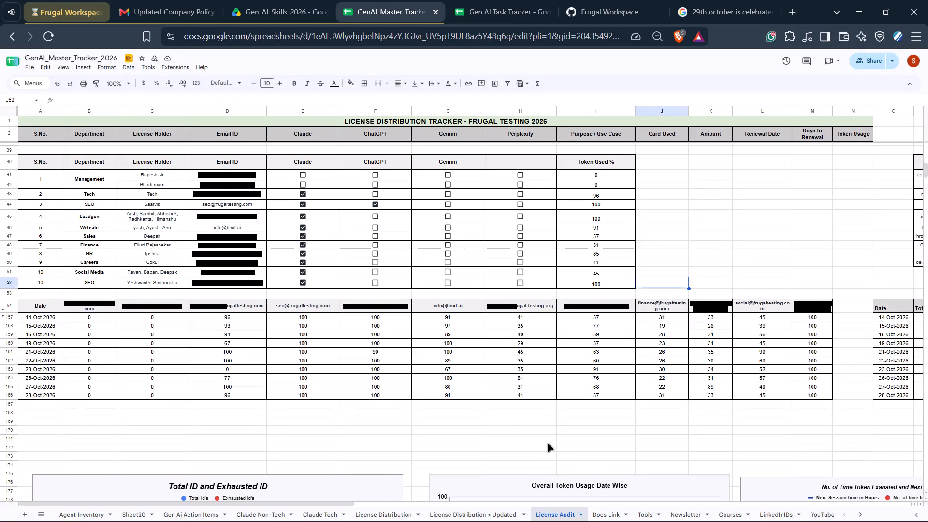
scroll(474, 392, "down", 3)
scroll(15, 268, "up", 1)
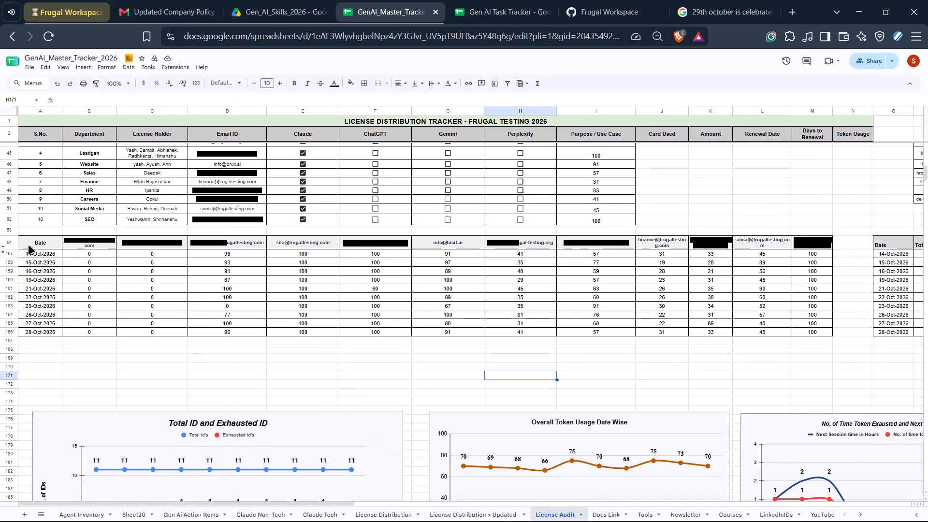
scroll(29, 246, "up", 1)
left_click(10, 253)
right_click(10, 253)
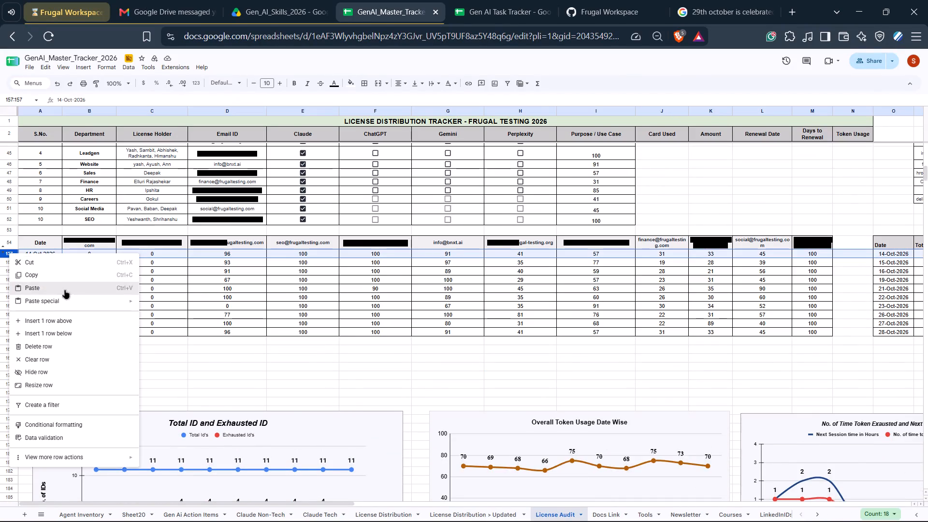
left_click(54, 374)
left_click(202, 363)
Capture a screenshot of the whole Total ID and Exhausted ID chart below the date-wise usage table.
scroll(213, 341, "down", 4)
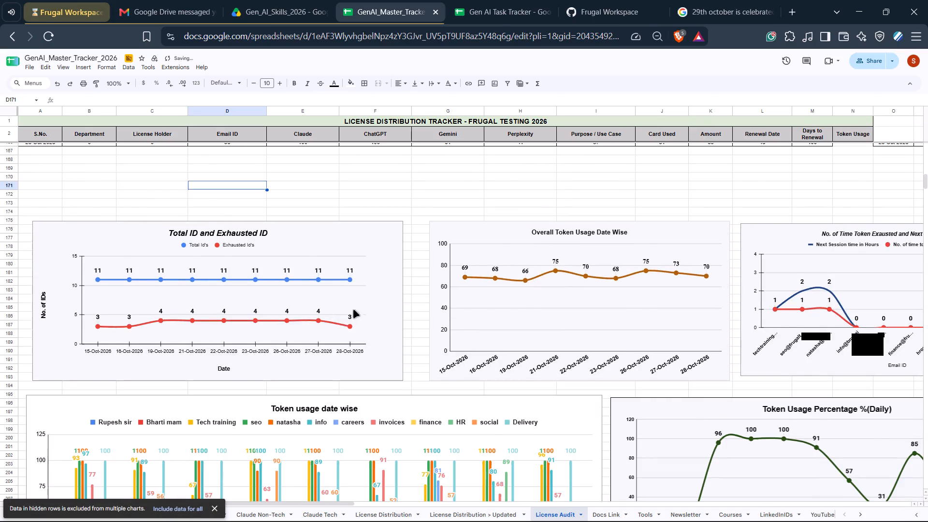
left_click(405, 319)
left_click(424, 322)
scroll(424, 322, "up", 1)
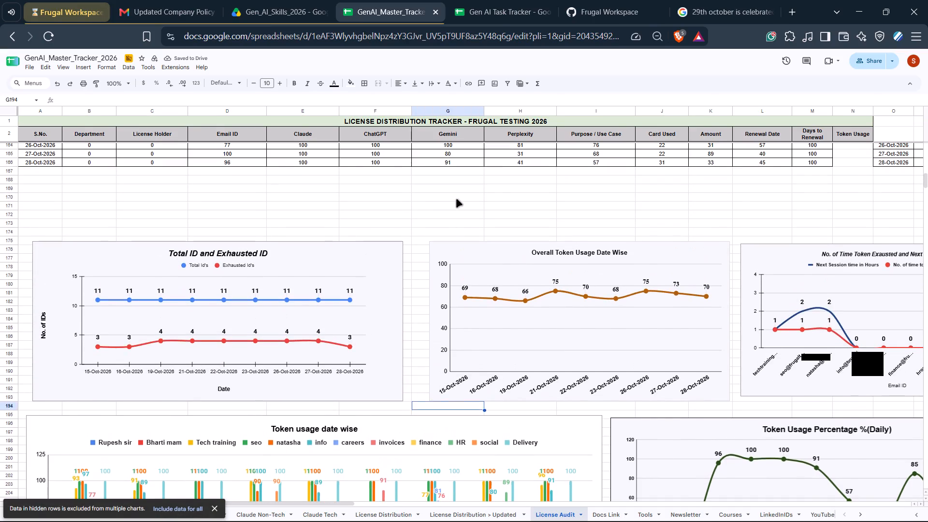
left_click(456, 199)
scroll(456, 199, "up", 1)
key("Print")
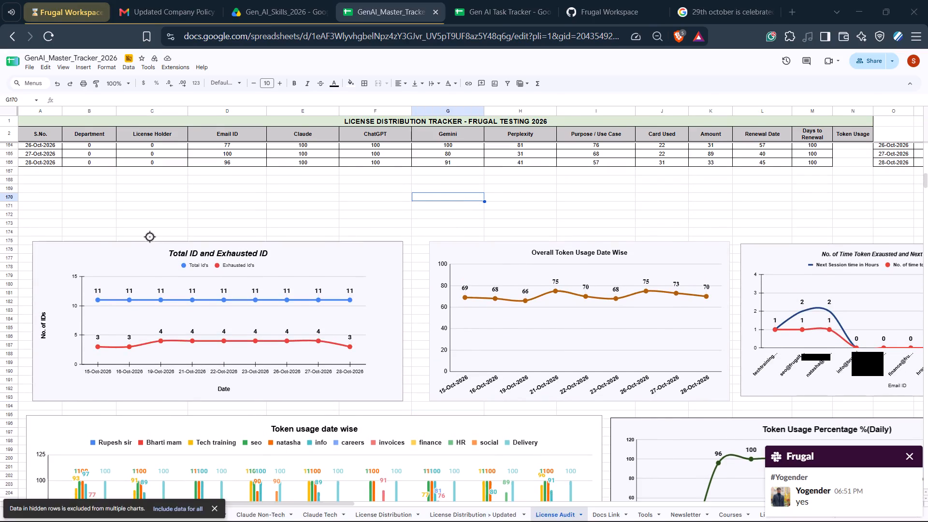
left_click_drag(31, 241, 419, 393)
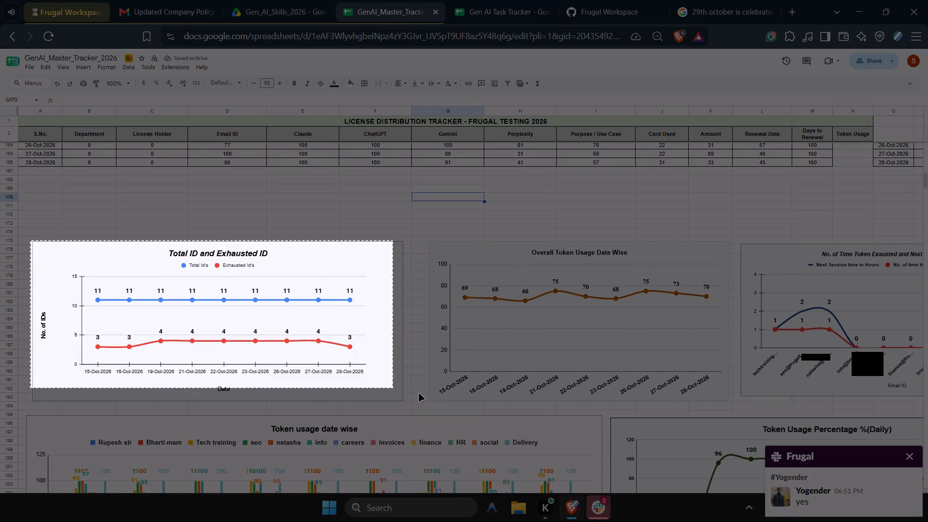
left_click_drag(419, 393, 404, 402)
Capture a screenshot of the Overall Token Usage Date Wise chart.
scroll(378, 369, "left", 4)
key("Print")
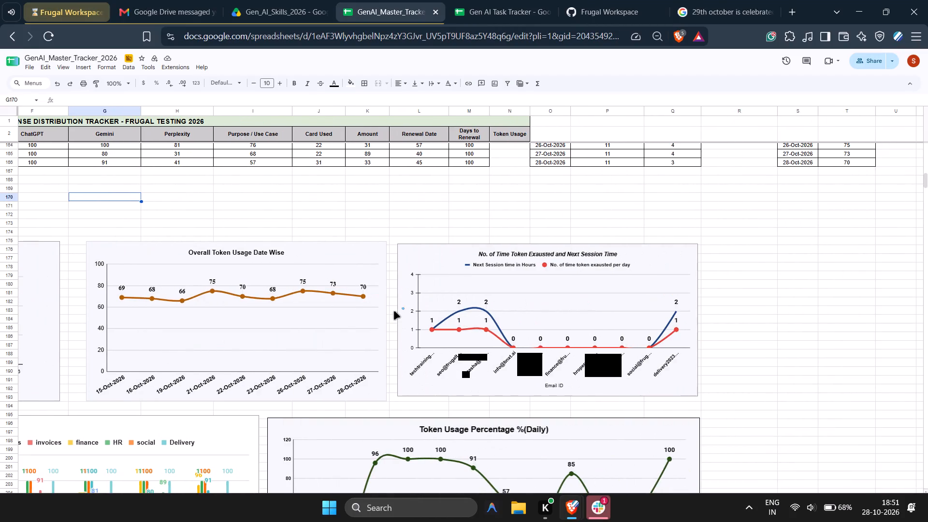
left_click_drag(86, 241, 389, 403)
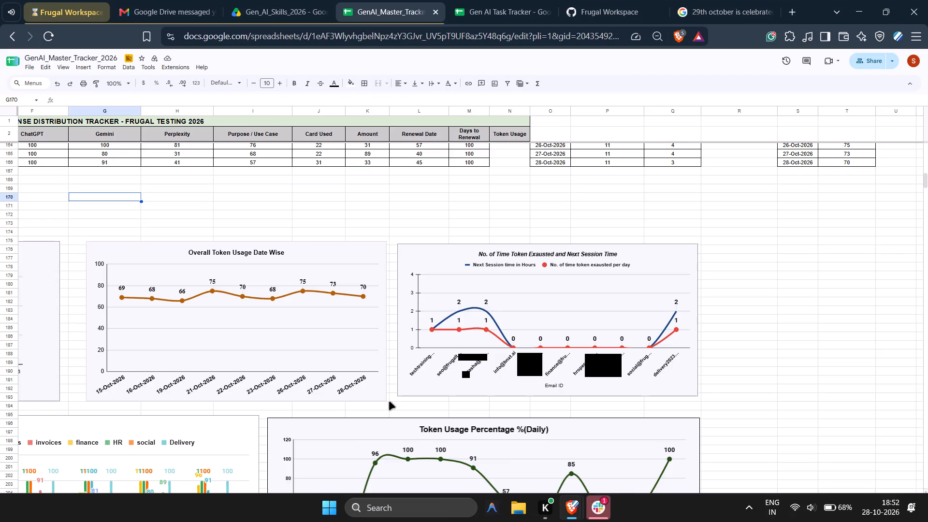
Capture a screenshot of the chart showing the number of times tokens were exhausted and the next session time.
scroll(485, 331, "left", 3)
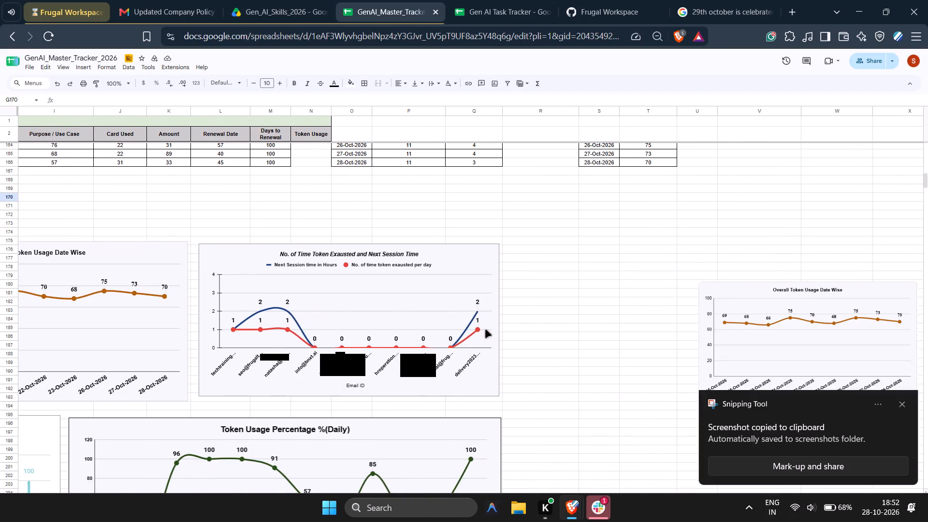
key("Print")
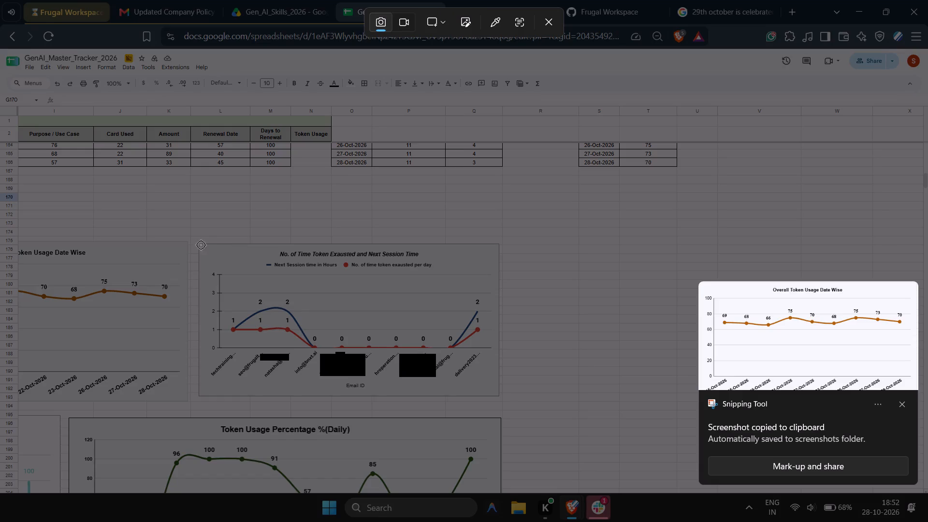
left_click_drag(198, 243, 498, 393)
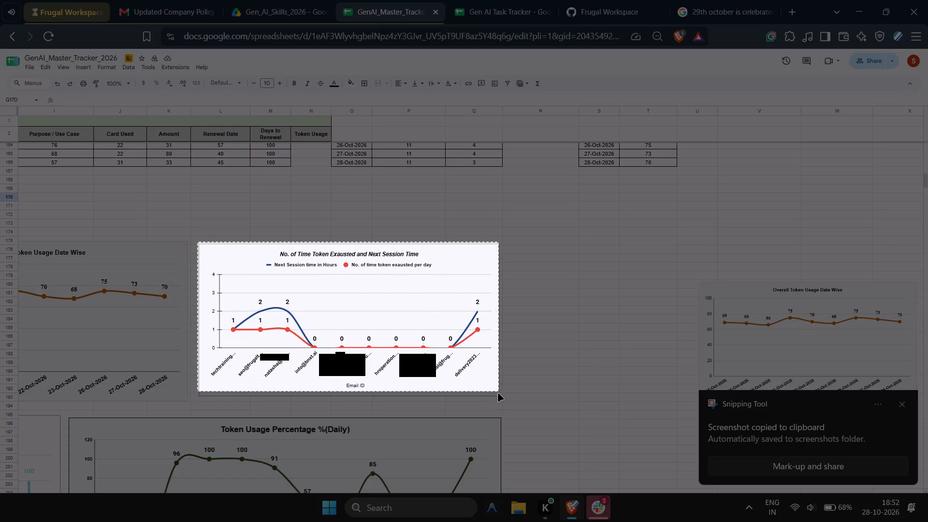
left_click_drag(498, 393, 501, 396)
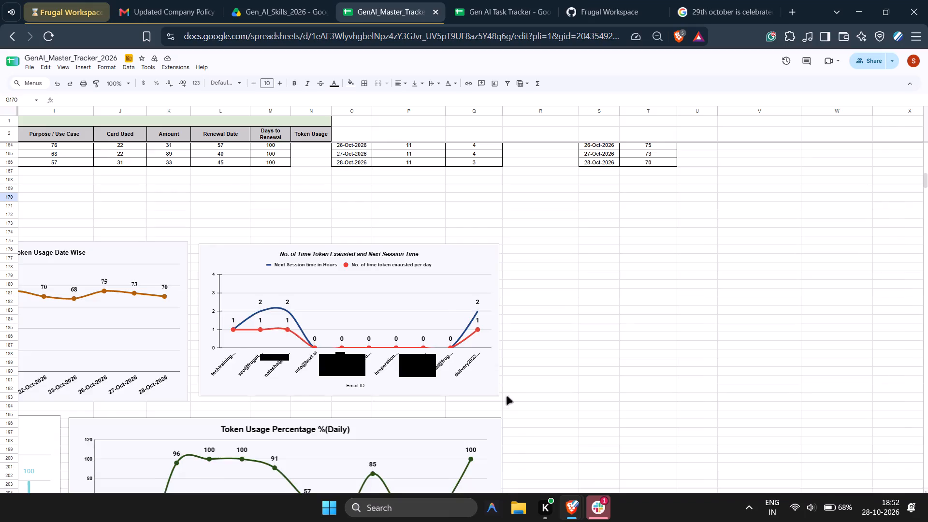
Capture a screenshot of the full Token usage date wise bar chart.
scroll(440, 308, "right", 4)
scroll(440, 308, "down", 2)
scroll(440, 308, "right", 1)
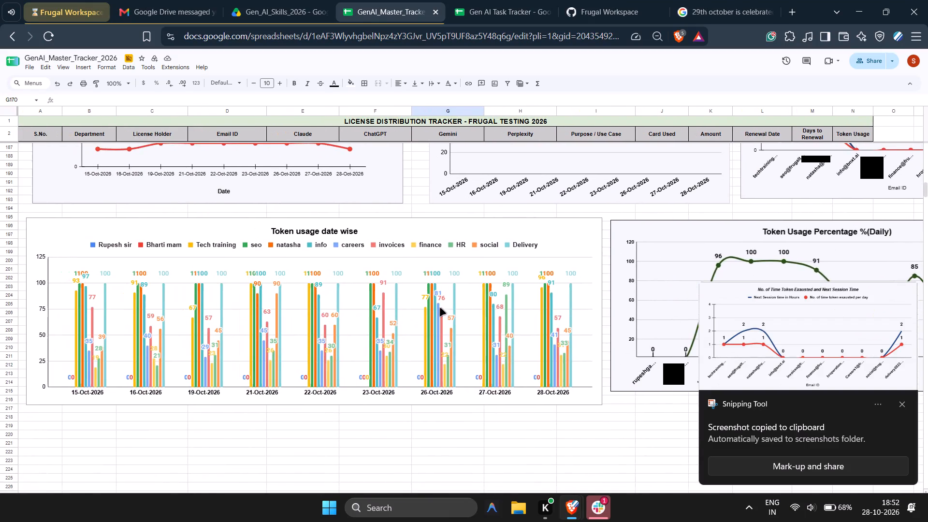
scroll(440, 308, "right", 1)
key("Print")
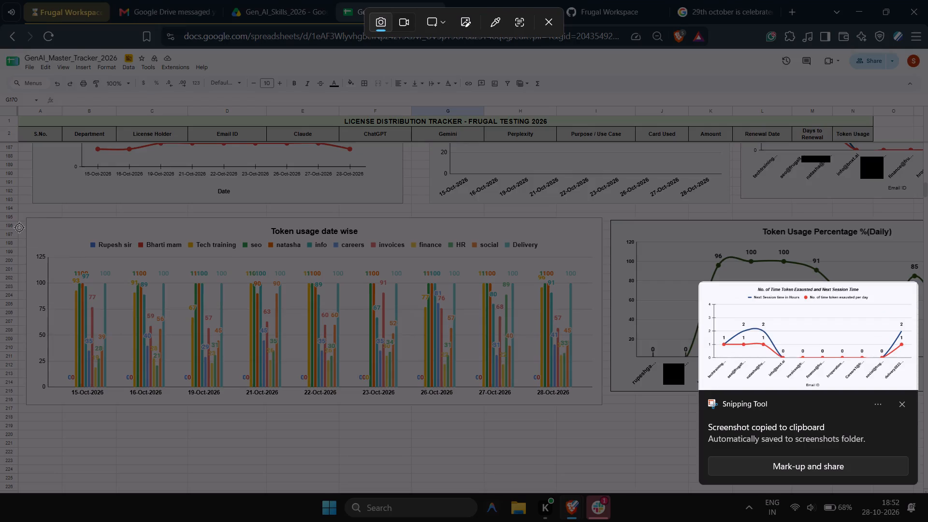
left_click_drag(25, 216, 554, 442)
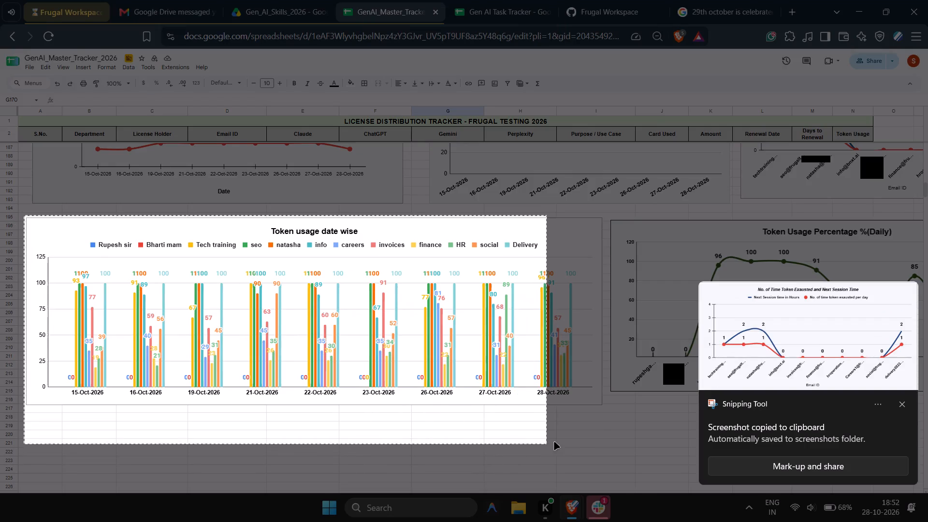
left_click_drag(554, 442, 602, 406)
Capture a screenshot of the Token Usage Percentage %(Daily) chart.
scroll(567, 394, "left", 5)
scroll(508, 385, "left", 1)
key("Print")
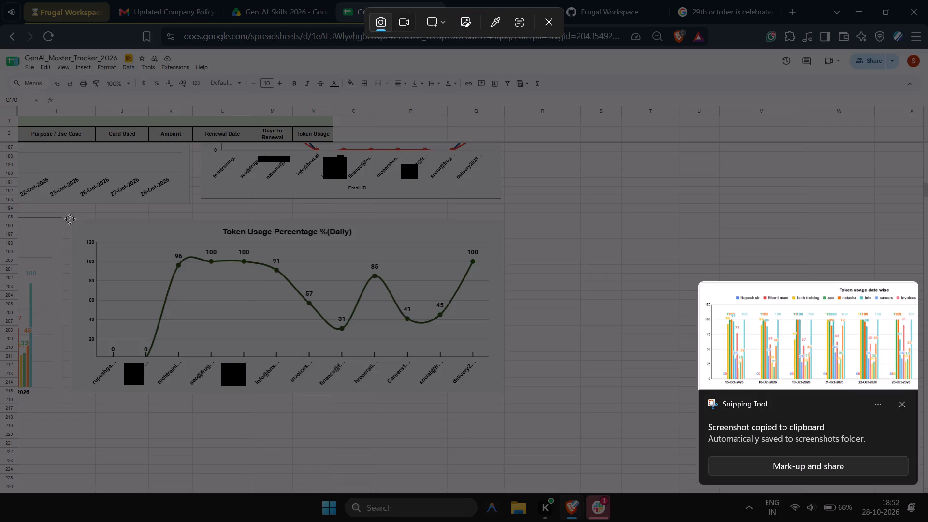